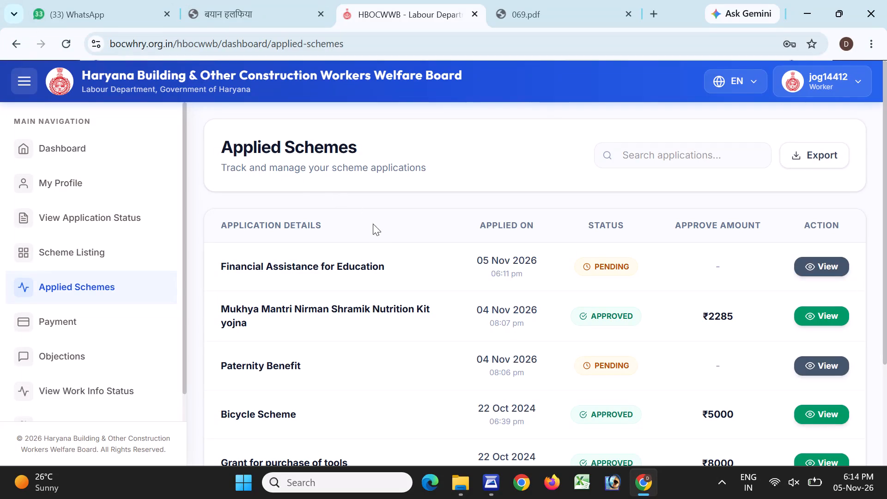
Clear the open windows off the desktop, closing Epson Scan 2, and delete the 069 PDF file from it.
{"action": "left_click", "coordinate": [803, 10]}
{"action": "left_click", "coordinate": [804, 10]}
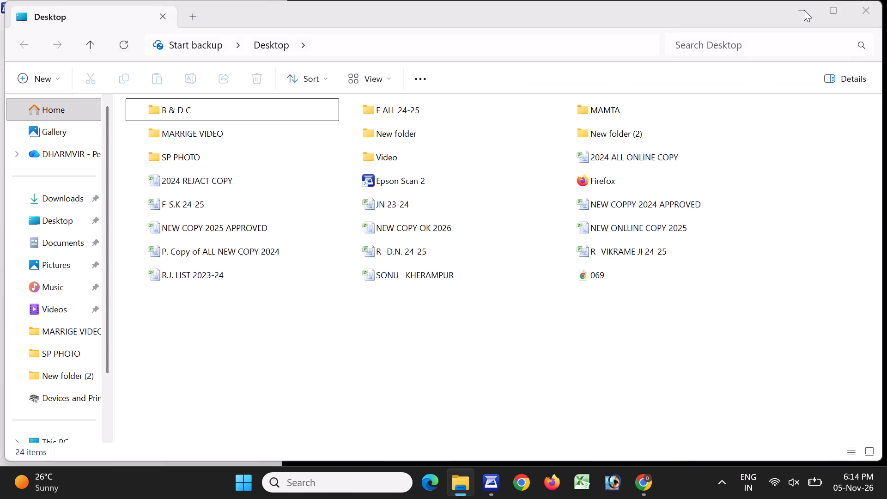
{"action": "left_click", "coordinate": [267, 4]}
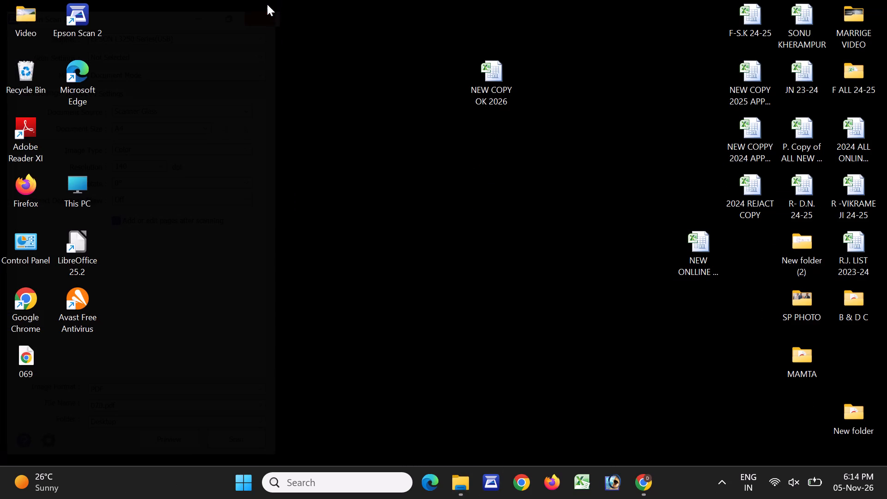
{"action": "left_click_drag", "start_coordinate": [22, 358], "coordinate": [262, 195]}
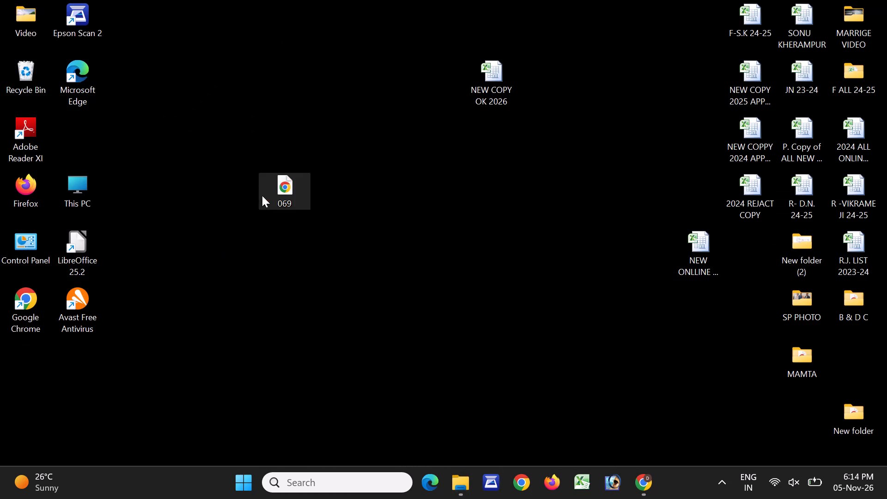
{"action": "left_click_drag", "start_coordinate": [242, 145], "coordinate": [356, 270]}
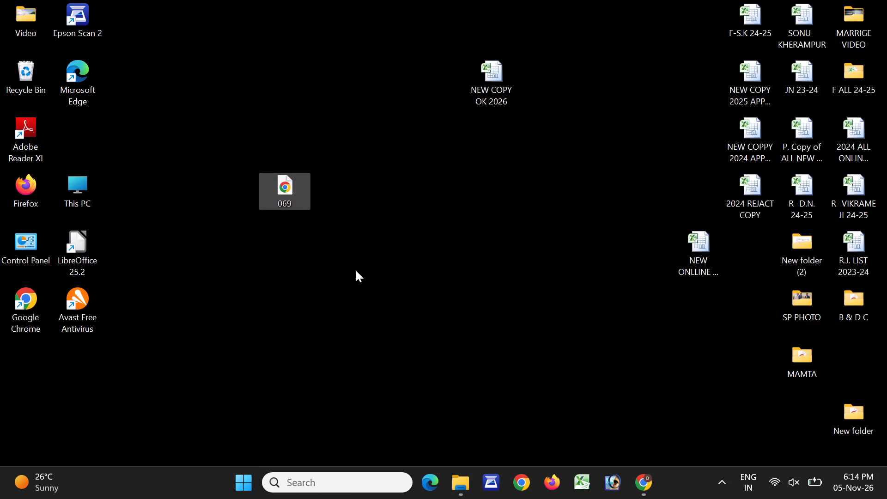
{"action": "key", "text": "ctrl+d"}
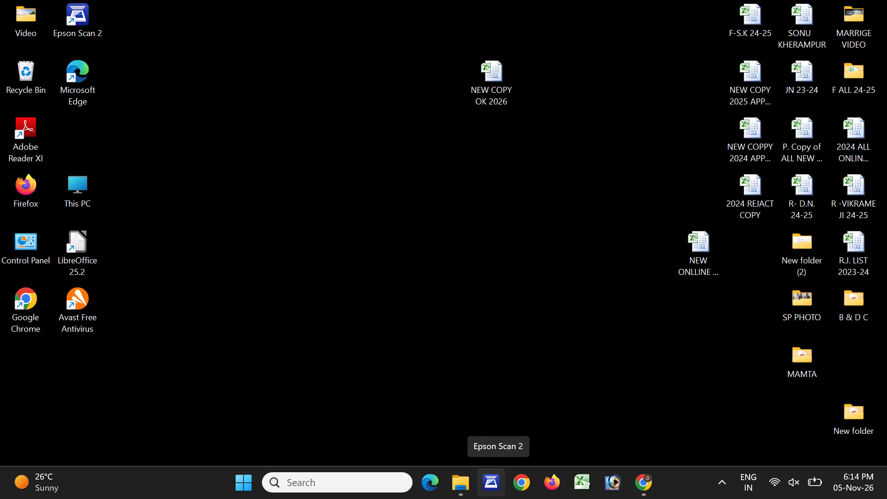
Reopen Epson Scan 2, set the resolution to 200 dpi and start scanning the document to 070.pdf on the Desktop.
{"action": "left_click", "coordinate": [492, 479]}
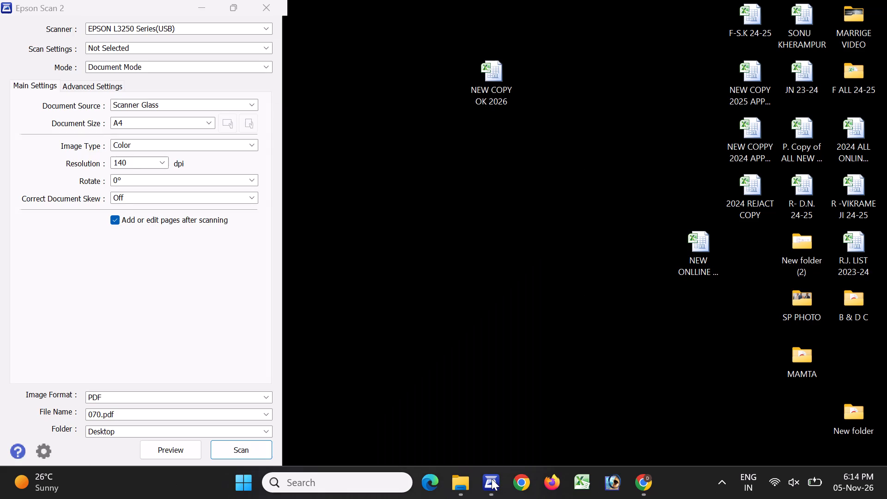
{"action": "left_click", "coordinate": [164, 164]}
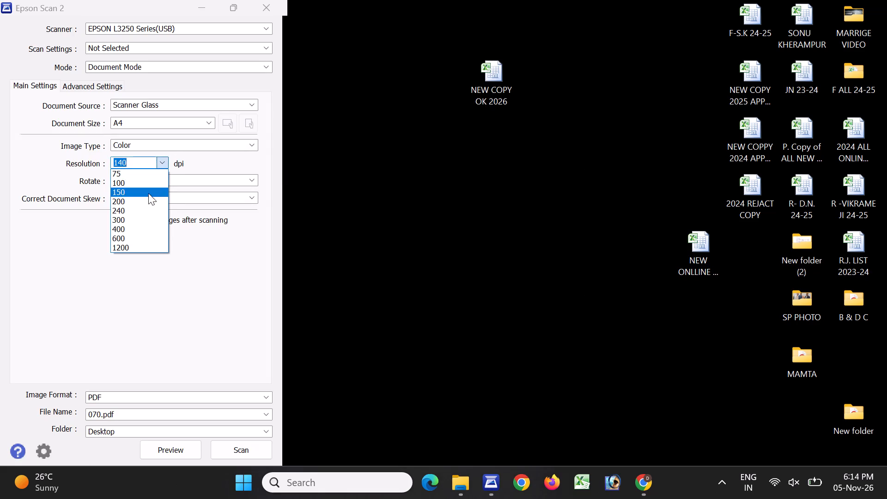
{"action": "left_click", "coordinate": [144, 200]}
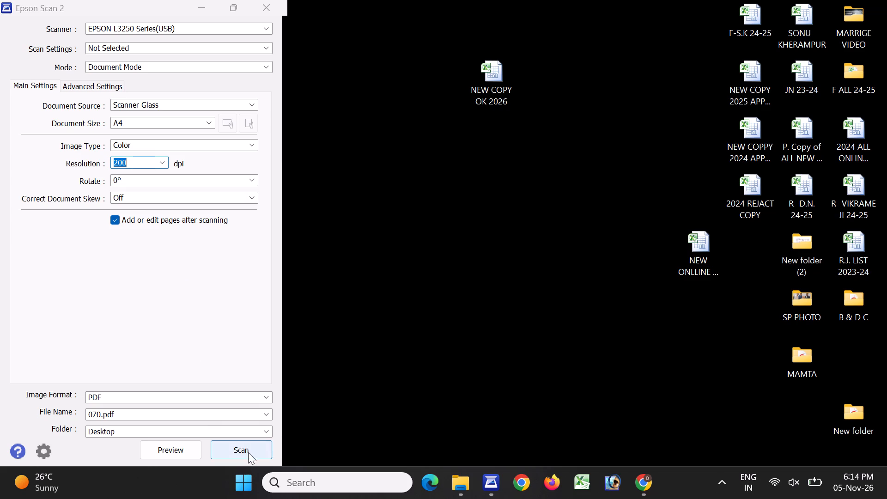
{"action": "left_click", "coordinate": [253, 446]}
Switch back to the welfare board portal in Chrome and open the Financial Assistance for Education details from the available schemes.
{"action": "left_click", "coordinate": [644, 480]}
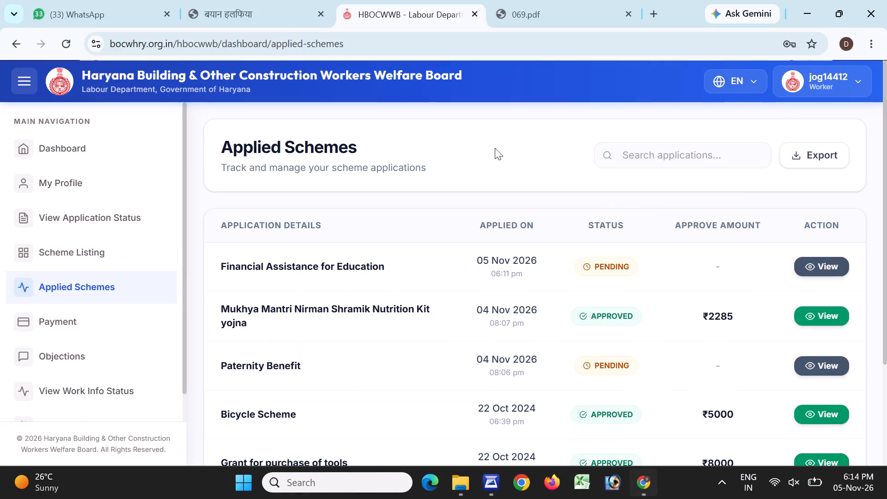
{"action": "scroll", "coordinate": [498, 256], "scroll_direction": "down", "scroll_amount": 7}
{"action": "scroll", "coordinate": [498, 265], "scroll_direction": "up", "scroll_amount": 12}
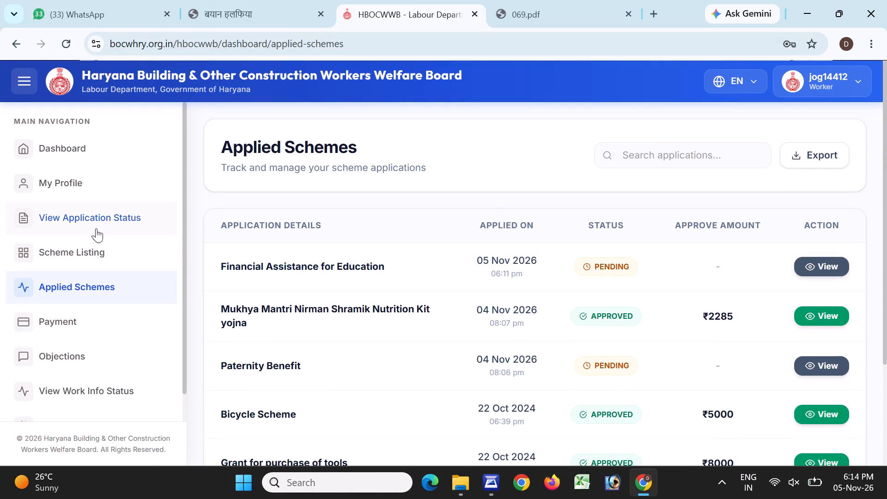
{"action": "left_click", "coordinate": [89, 253]}
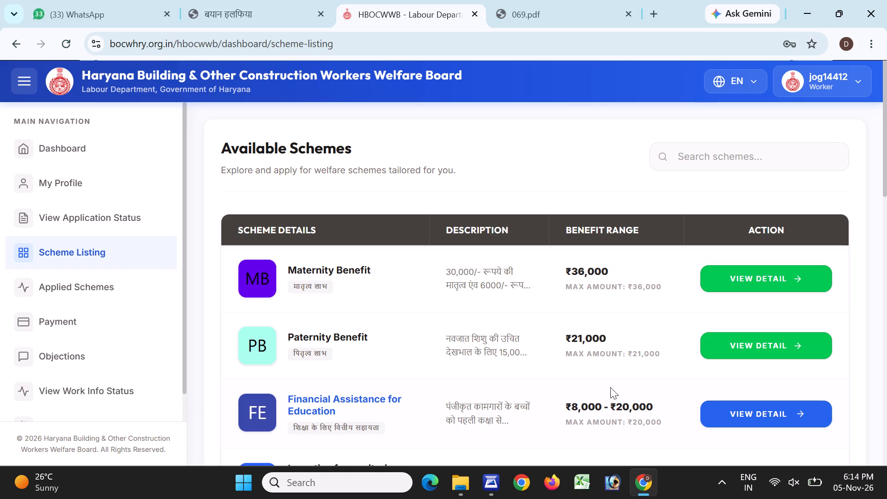
{"action": "left_click", "coordinate": [741, 414]}
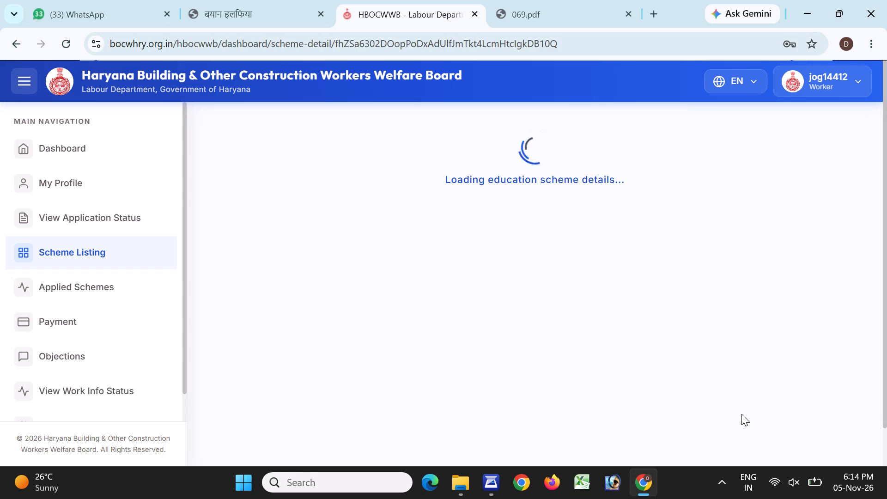
Request the OTP for the registered mobile number and make the OTP field ready for entry.
{"action": "scroll", "coordinate": [460, 329], "scroll_direction": "down", "scroll_amount": 12}
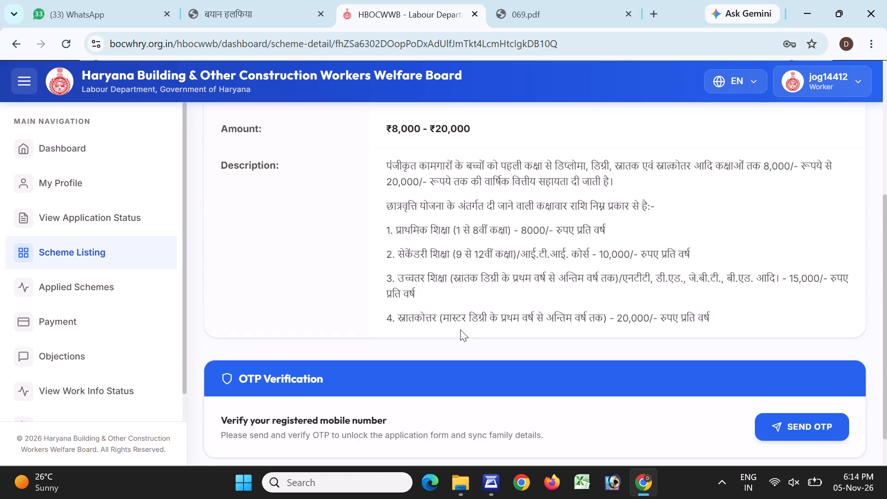
{"action": "scroll", "coordinate": [460, 329], "scroll_direction": "down", "scroll_amount": 2}
{"action": "left_click", "coordinate": [814, 420]}
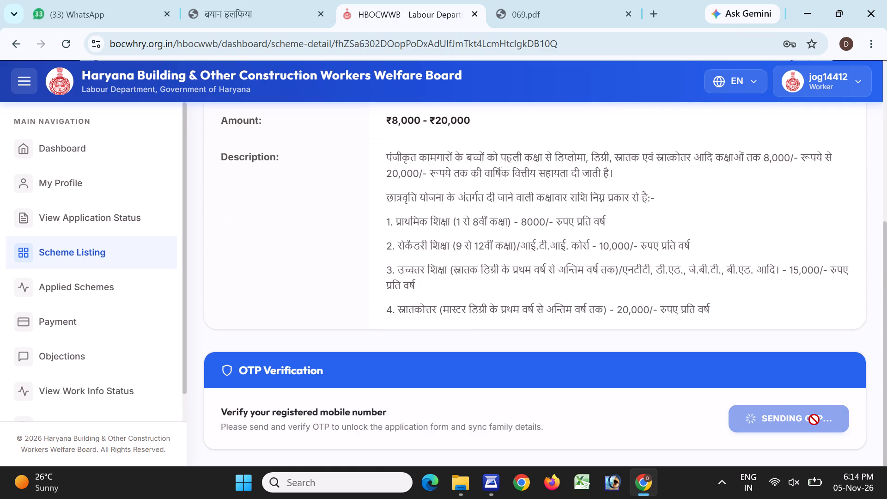
{"action": "scroll", "coordinate": [501, 343], "scroll_direction": "down", "scroll_amount": 5}
{"action": "left_click", "coordinate": [390, 420]}
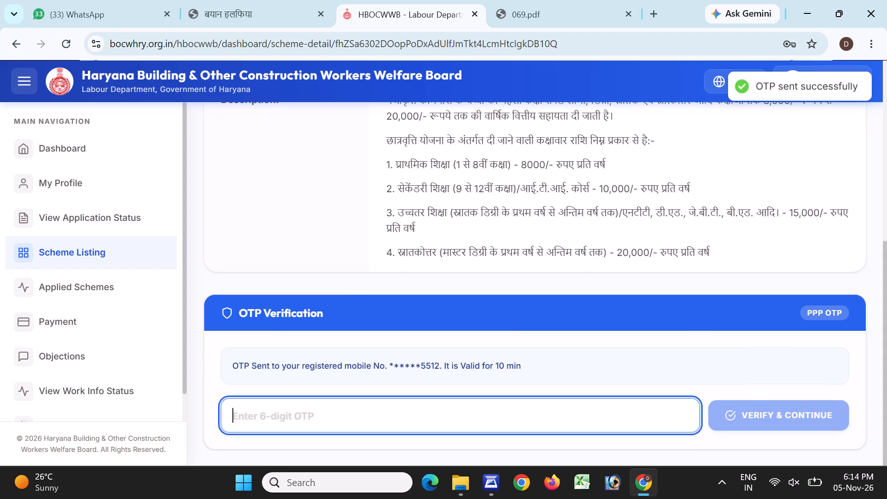